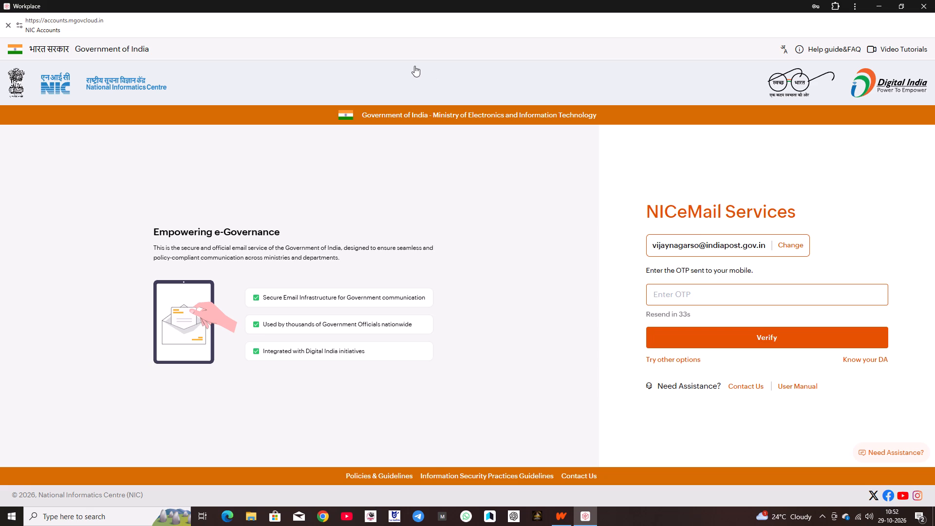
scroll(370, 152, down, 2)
Activate the one-time password field on the NICeMail Services sign-in form, ready for the code sent to the mobile.
click(728, 291)
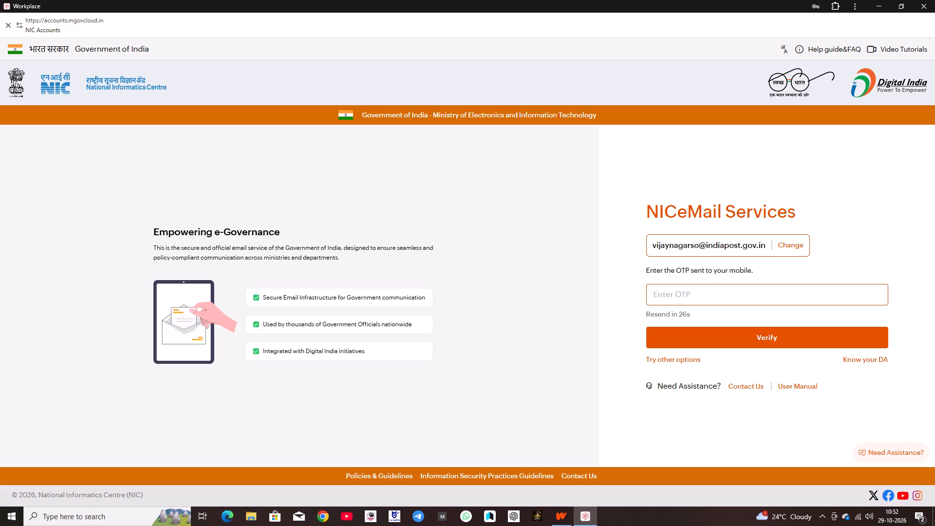
click(728, 291)
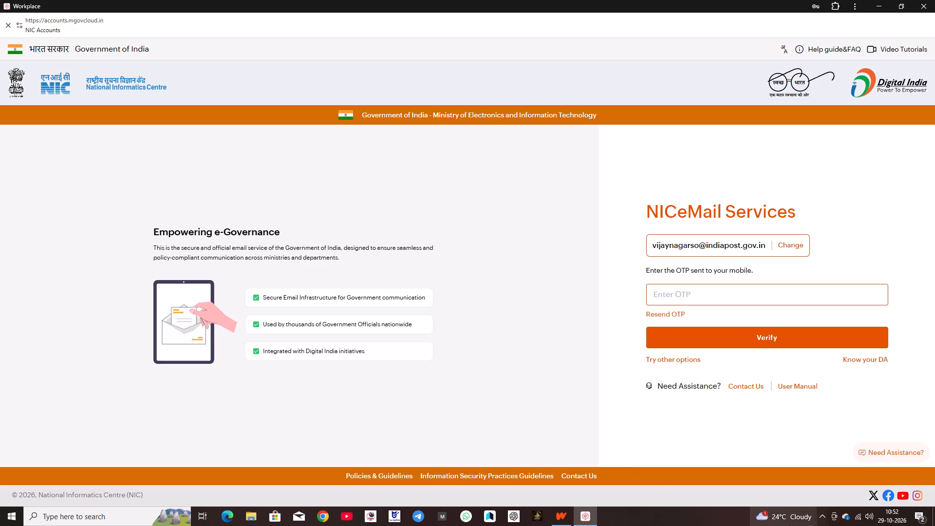
click(737, 296)
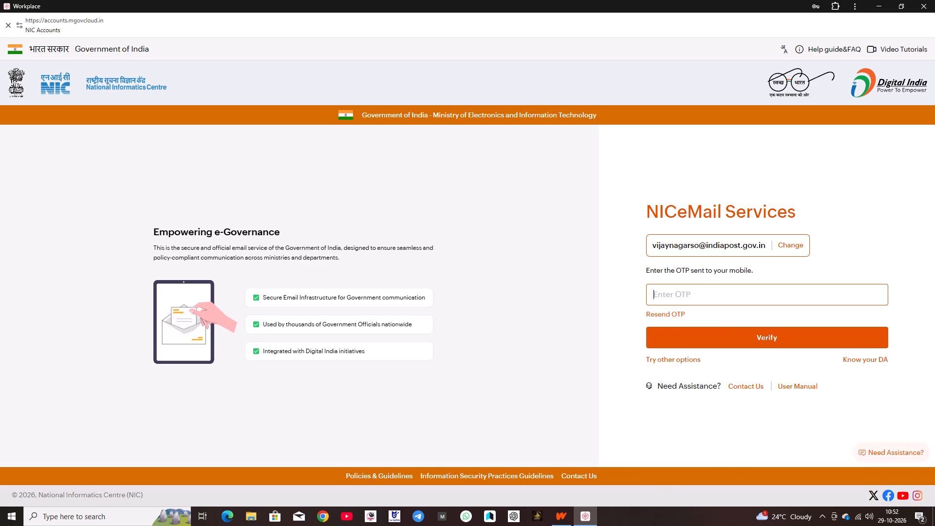
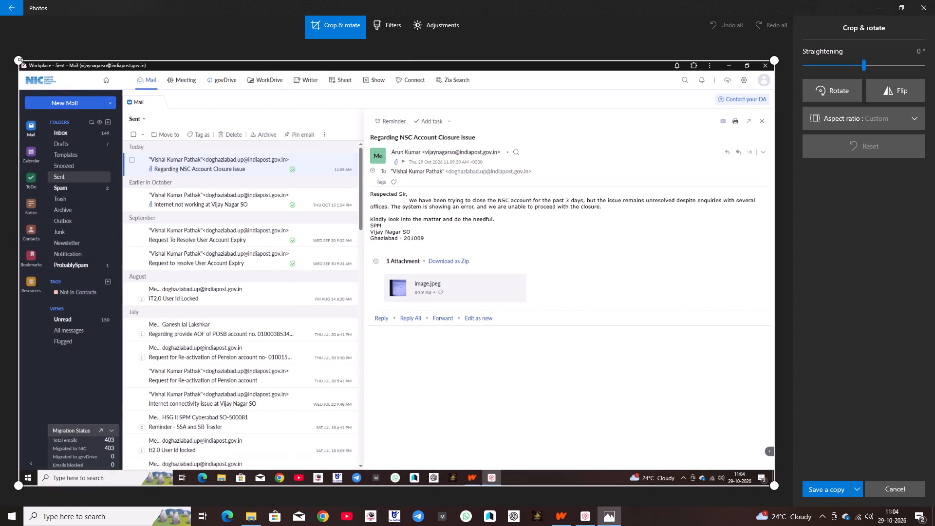
Crop the mailbox screenshot to the open "Regarding NSC Account Closure issue" message, excluding the mail list, page header and Windows taskbar.
drag(22, 62, 355, 96)
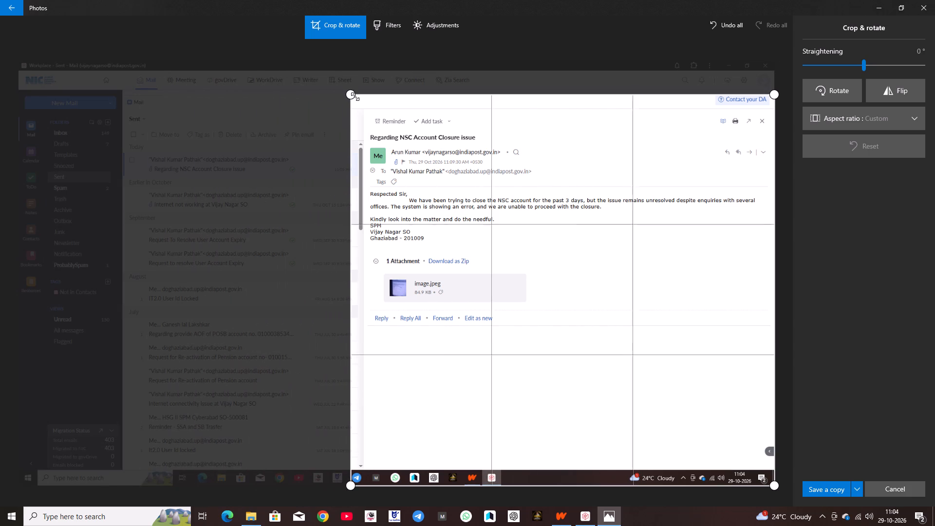
drag(355, 96, 368, 106)
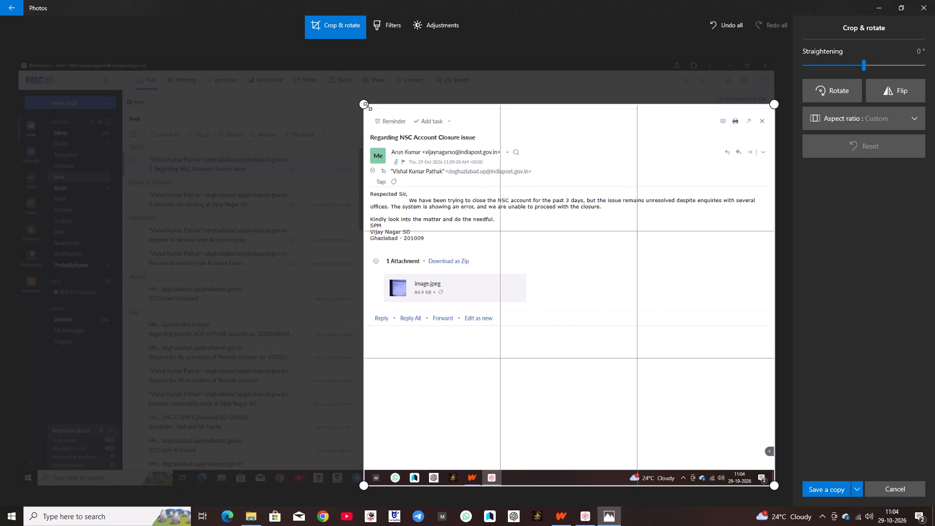
drag(368, 106, 368, 111)
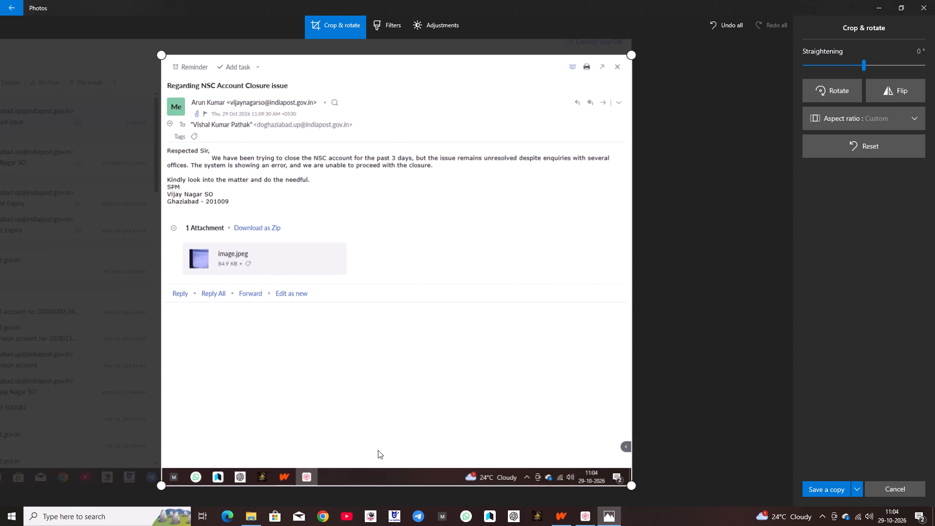
drag(390, 485, 400, 467)
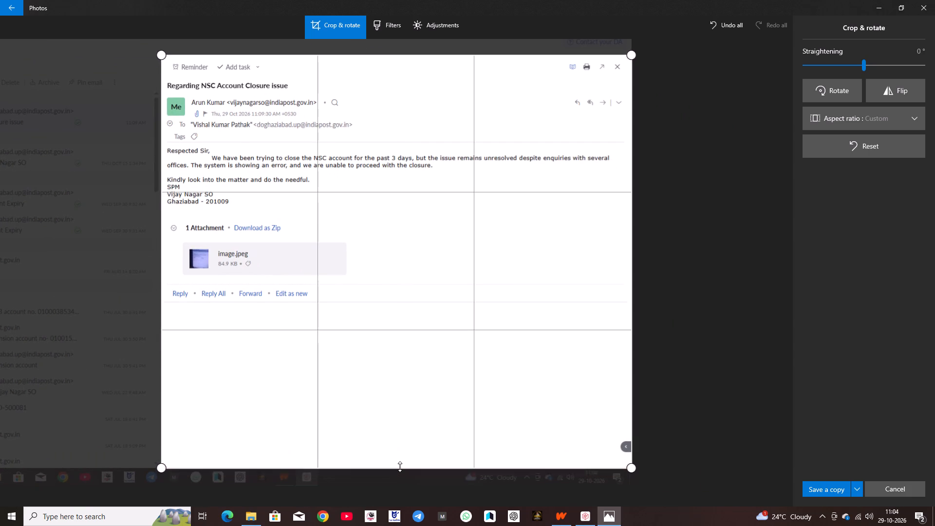
drag(400, 467, 400, 466)
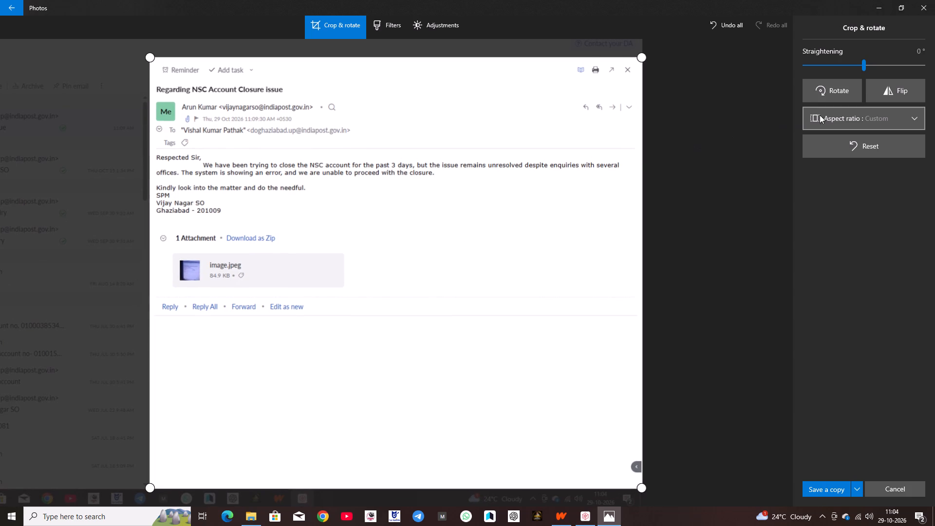
Save the crop over the original image 2026-10-29.png, not as a copy, and close the photo viewer.
click(854, 488)
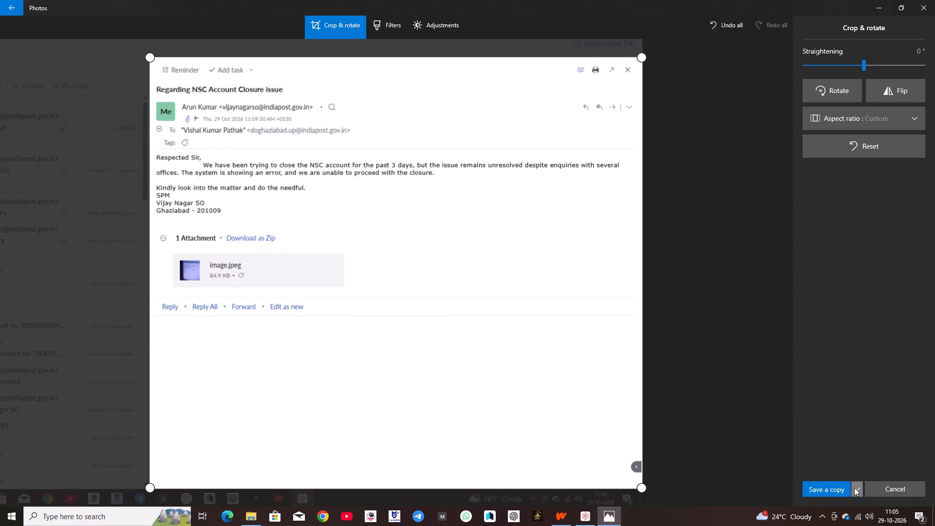
click(850, 470)
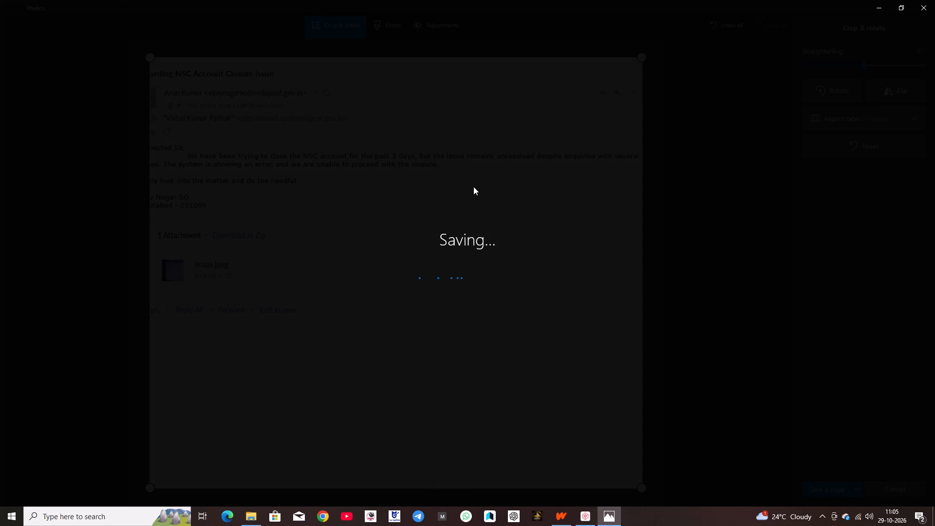
click(927, 0)
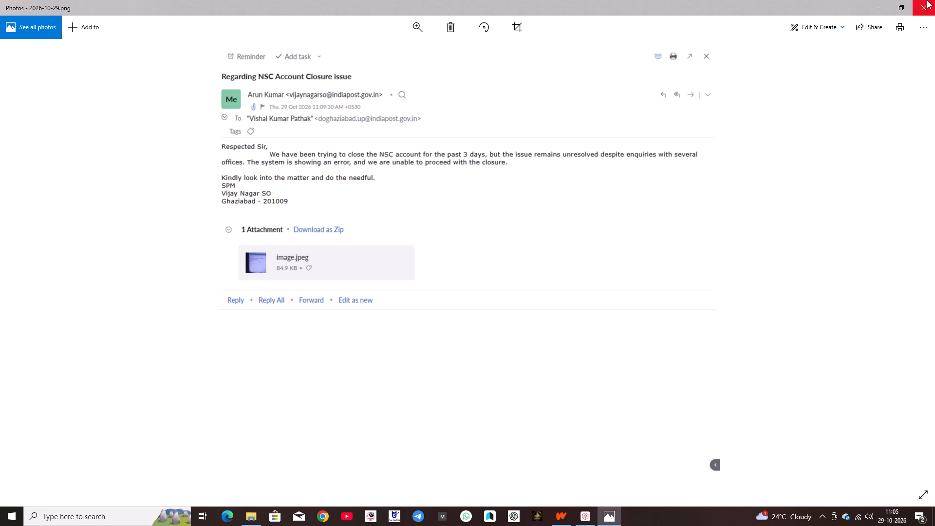
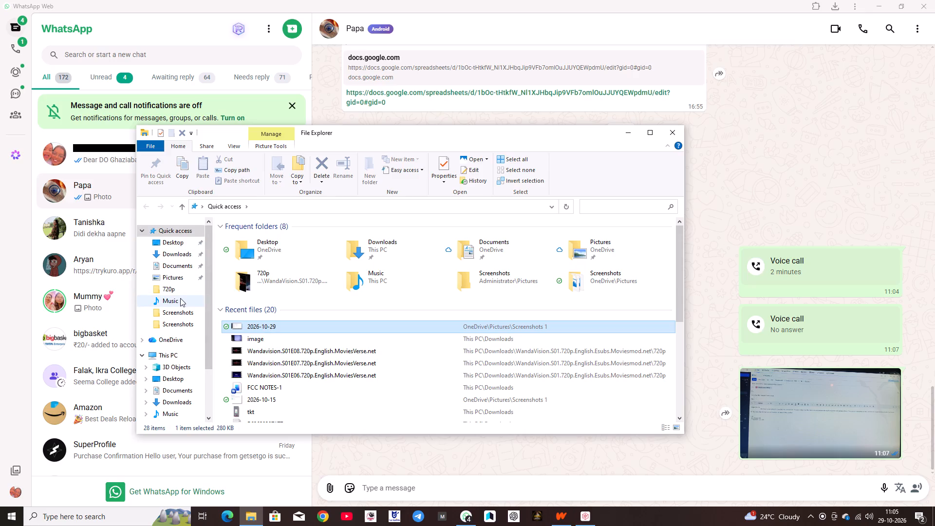
Open the synced Screenshots folder inside Pictures, where the cropped image 2026-10-29 is stored.
click(182, 275)
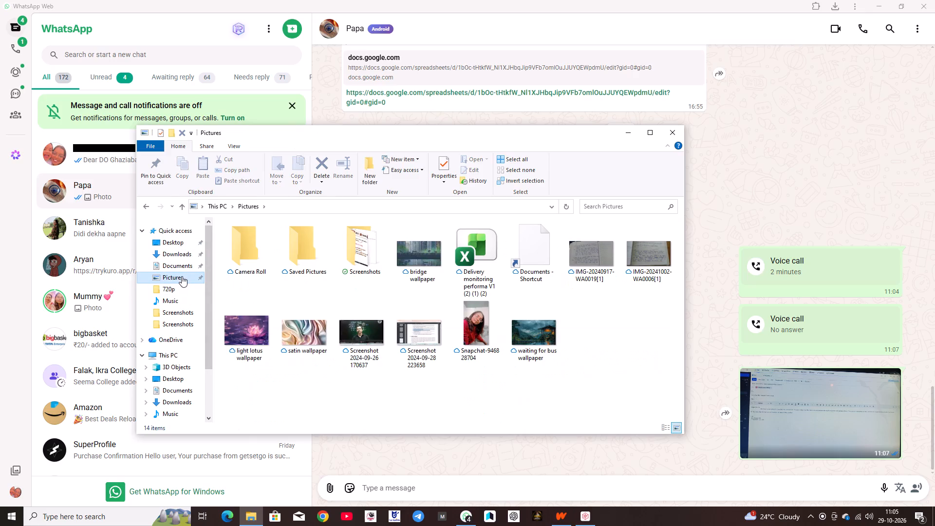
click(183, 312)
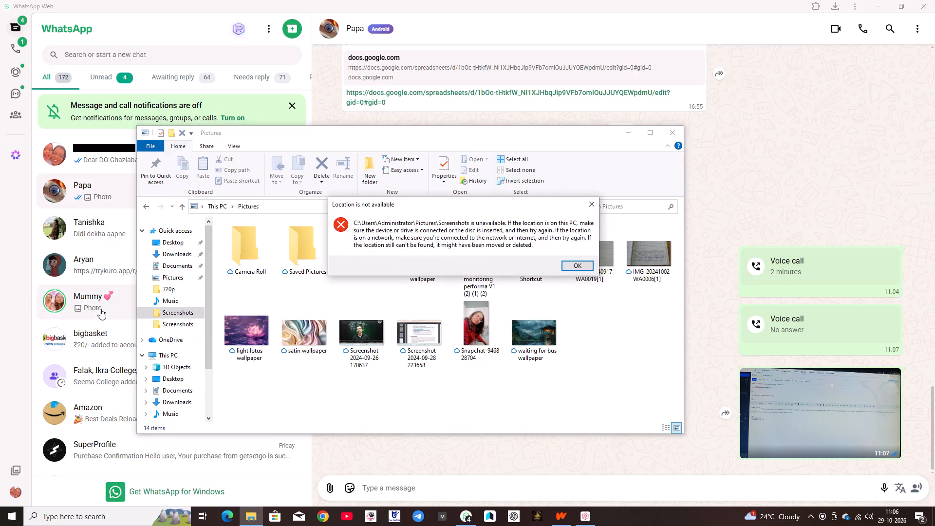
click(171, 328)
click(589, 203)
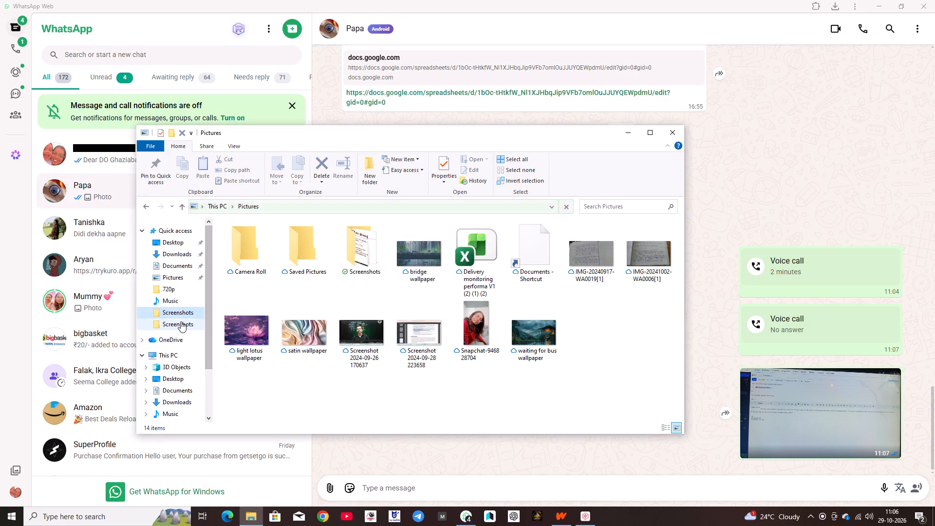
click(181, 321)
click(251, 253)
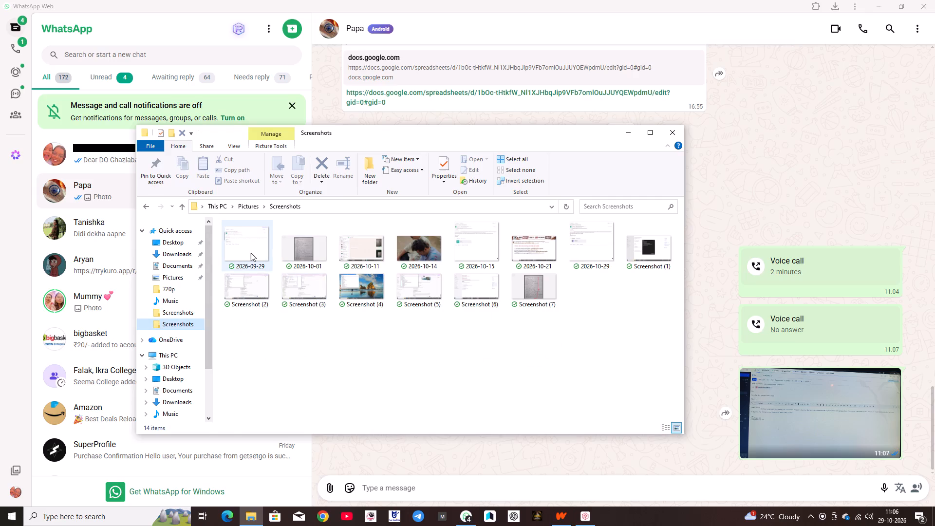
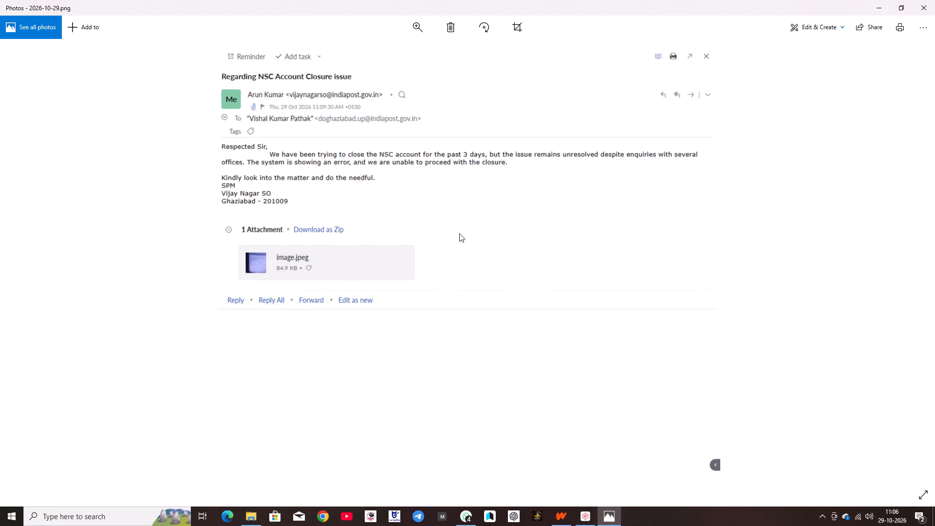
Close the photo viewer and copy the cropped screenshot file 2026-10-29 from the recent files in File Explorer.
key(ctrl+c)
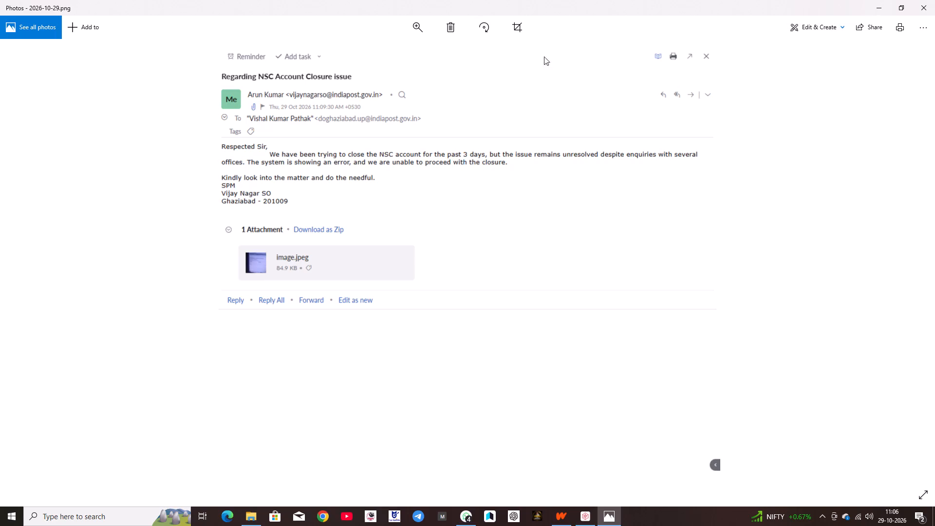
click(920, 0)
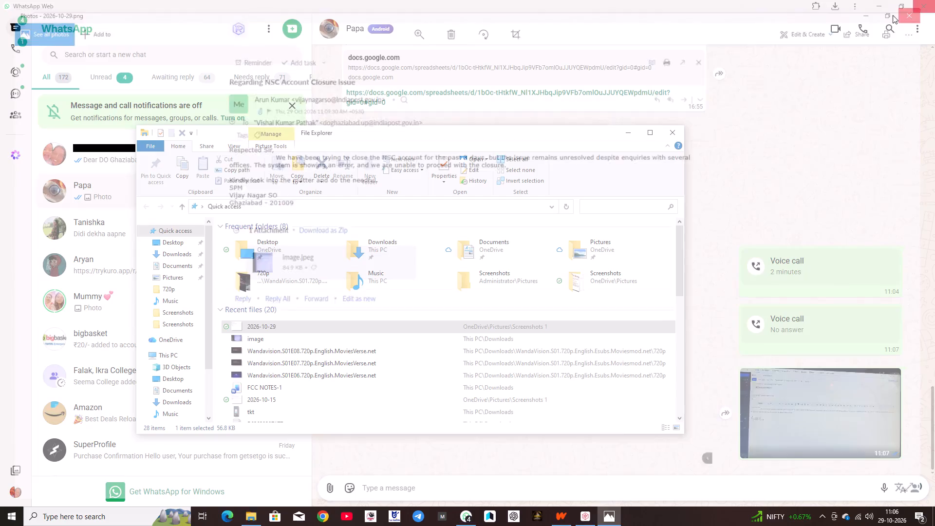
click(273, 328)
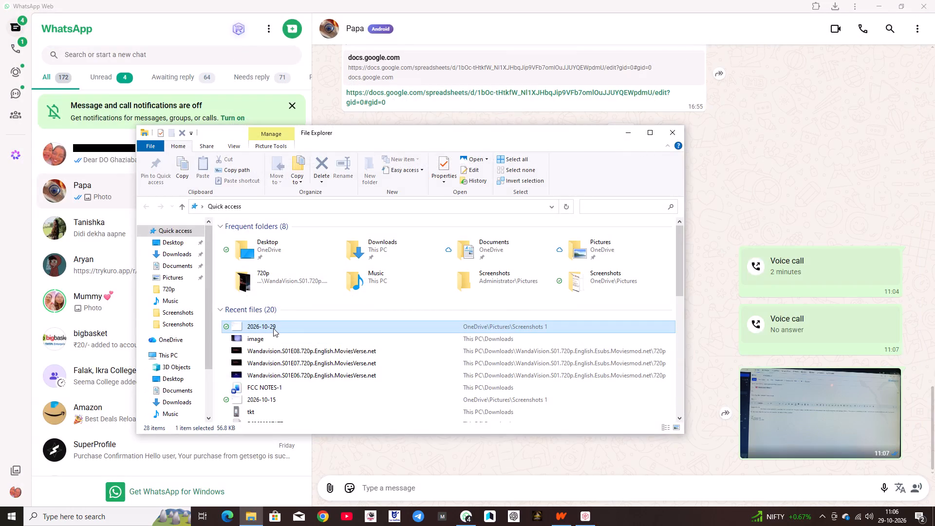
key(ctrl+c)
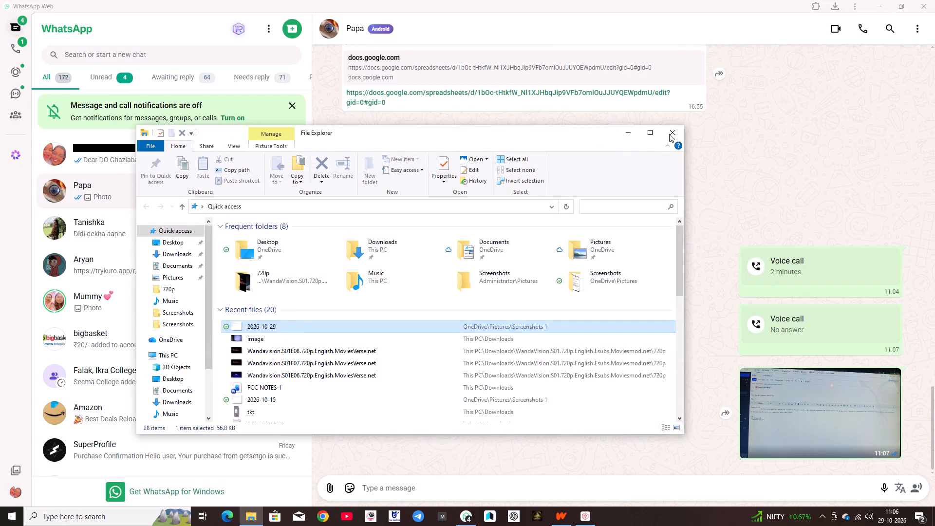